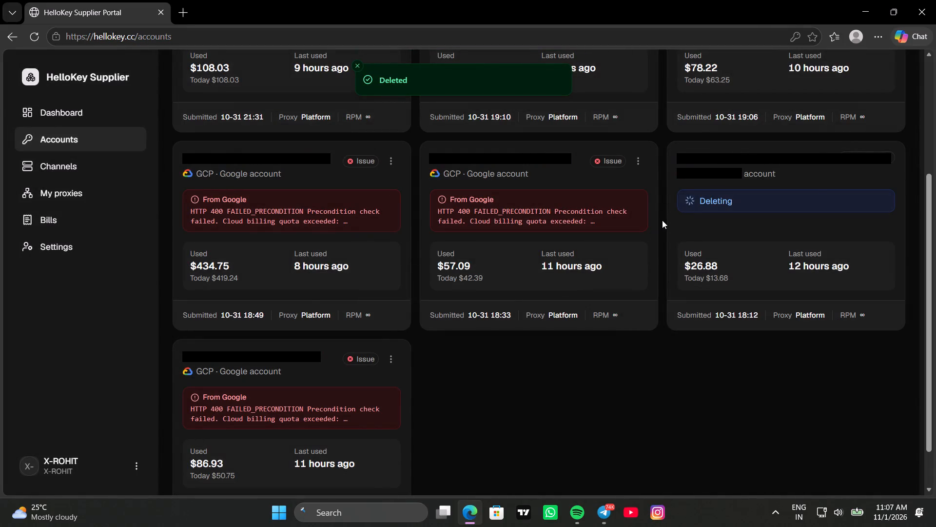
Delete the GCP Google account submitted 10-31 18:33 and confirm its removal.
click(640, 165)
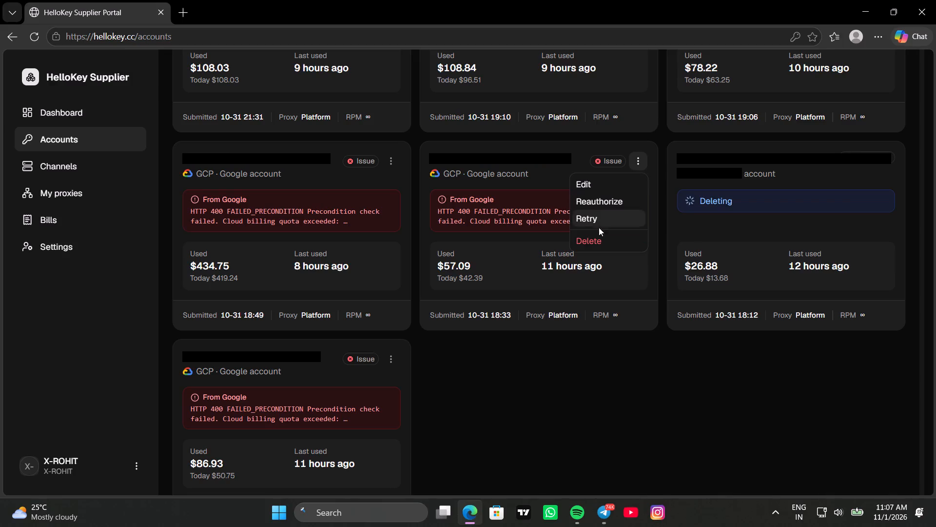
click(588, 239)
click(559, 315)
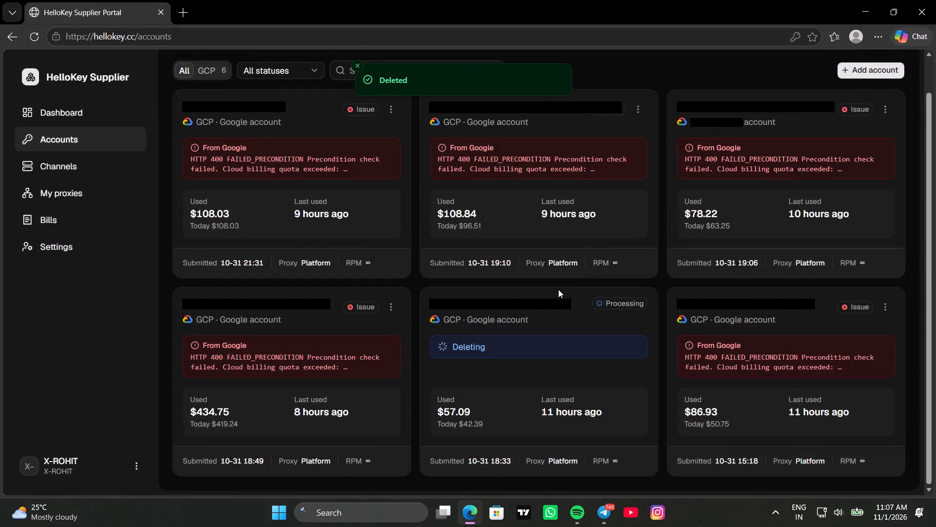
Start adding a new account using the Google account method, generate its authorization link and copy the link.
scroll(558, 292, down, 4)
click(857, 70)
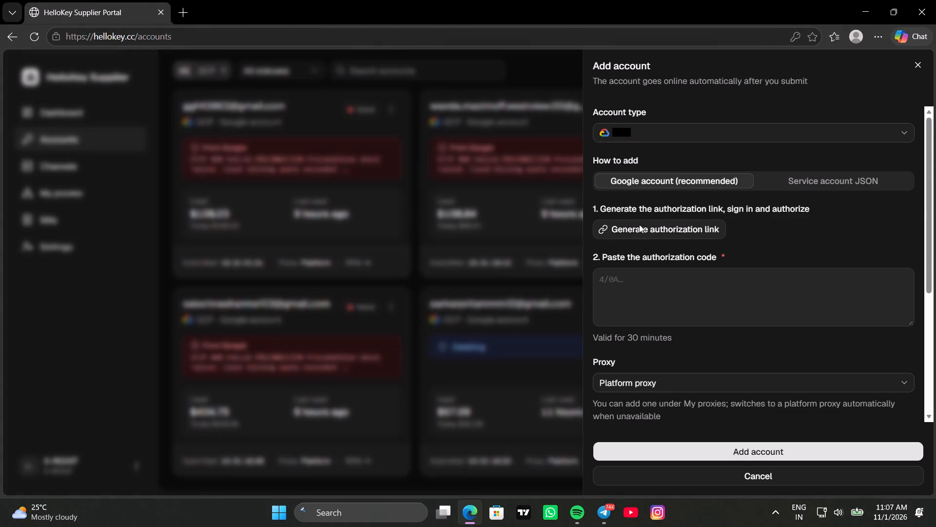
click(639, 224)
click(894, 235)
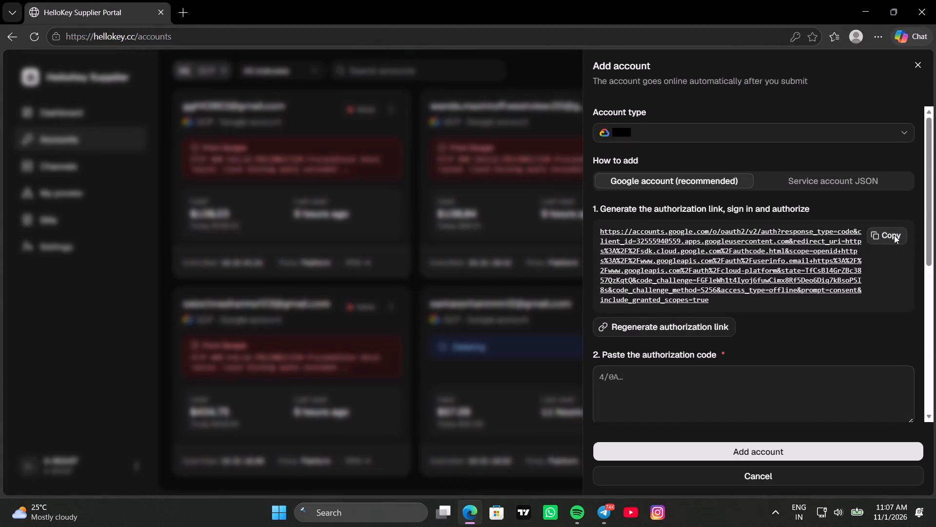
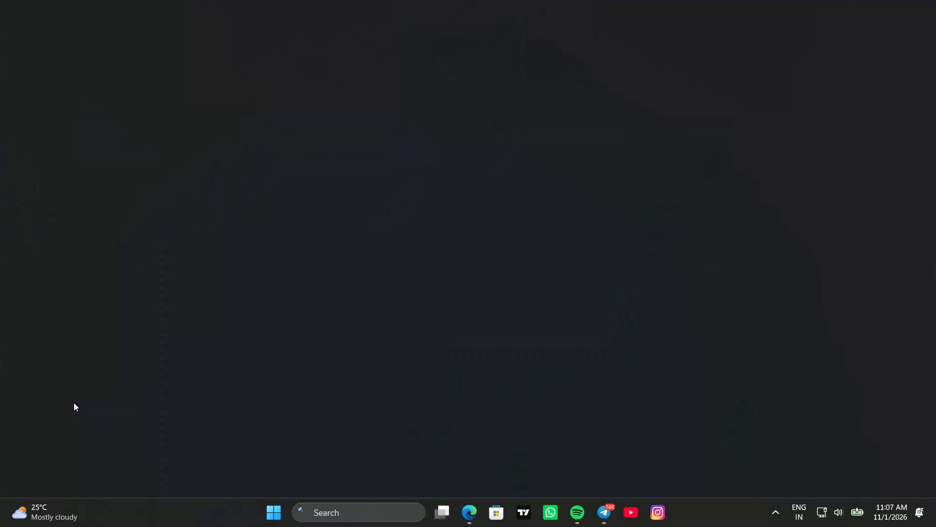
Switch to Chrome and open the Wanda Maximoff Westview profile from the other Chrome profiles.
click(858, 42)
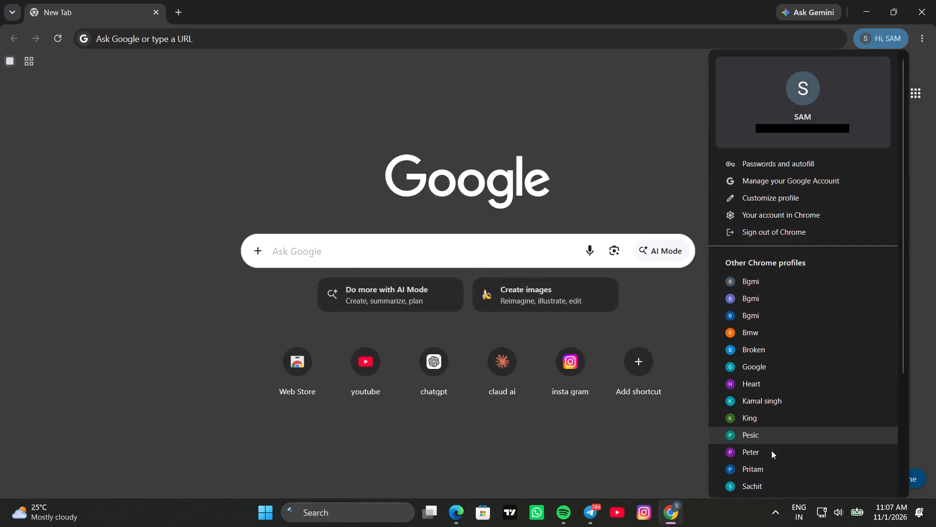
scroll(772, 449, down, 2)
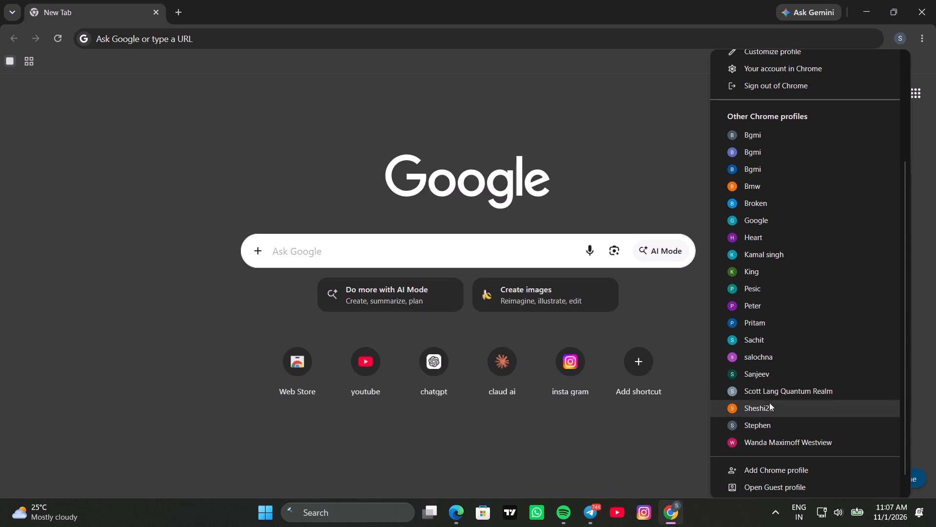
click(776, 437)
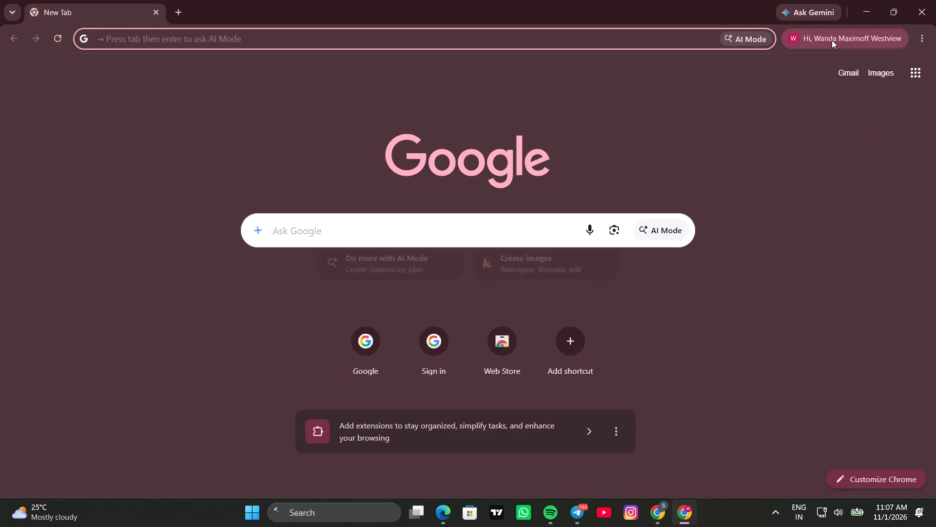
Open the Scott Lang Quantum Realm Chrome profile from the other Chrome profiles.
click(832, 40)
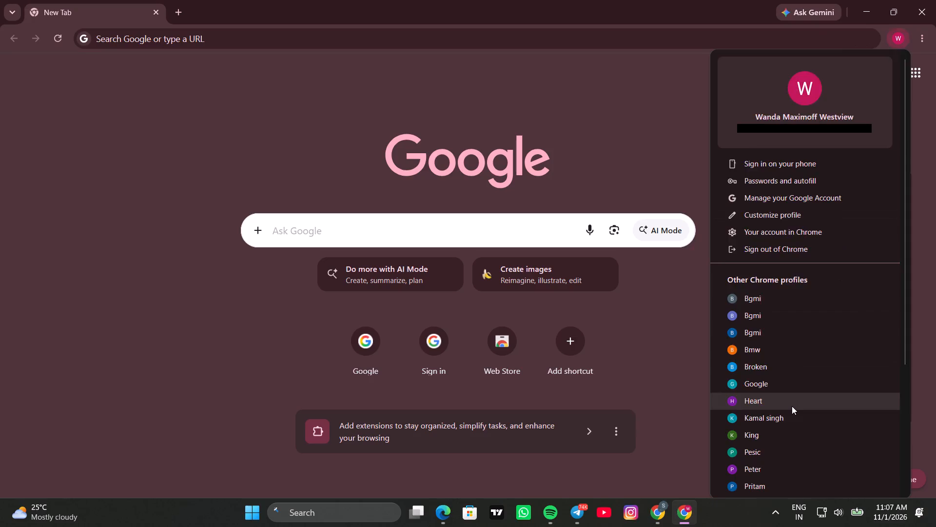
scroll(792, 406, down, 2)
click(796, 418)
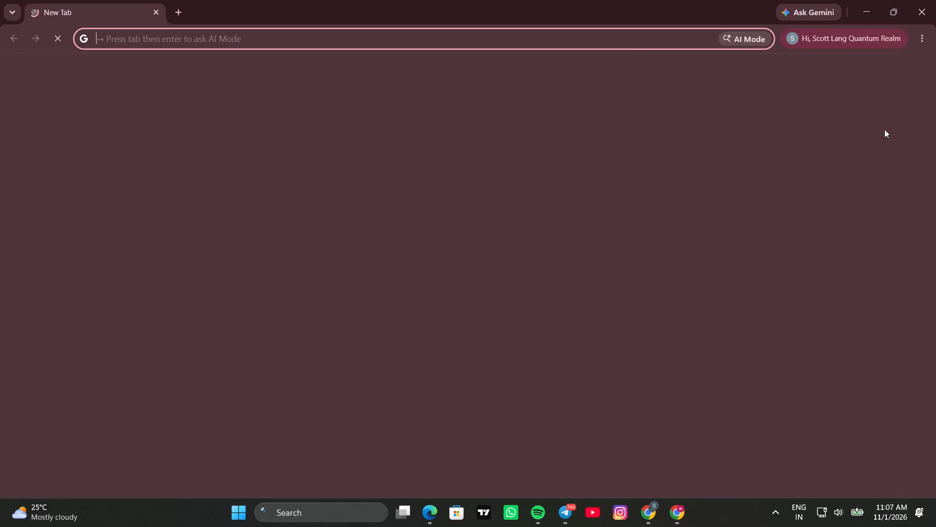
Switch to the Chrome profile named Stephen and view its account details.
click(889, 34)
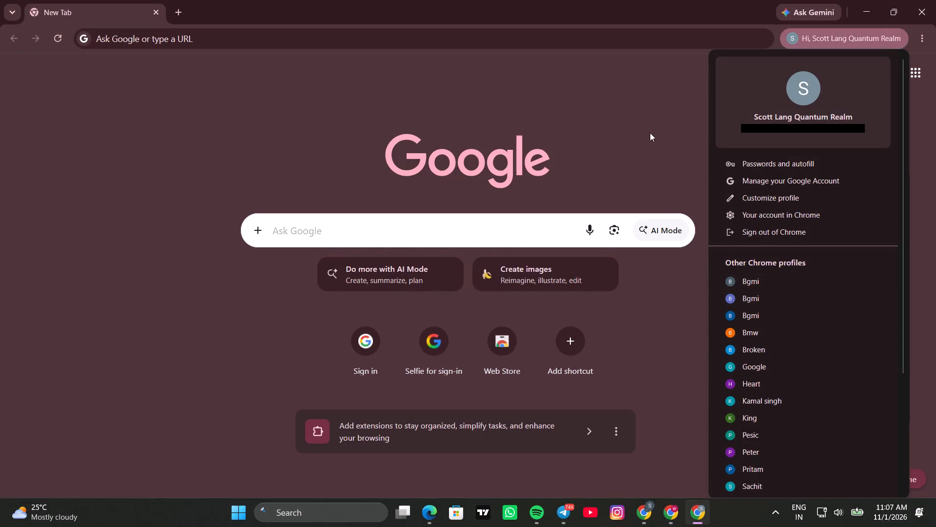
click(612, 144)
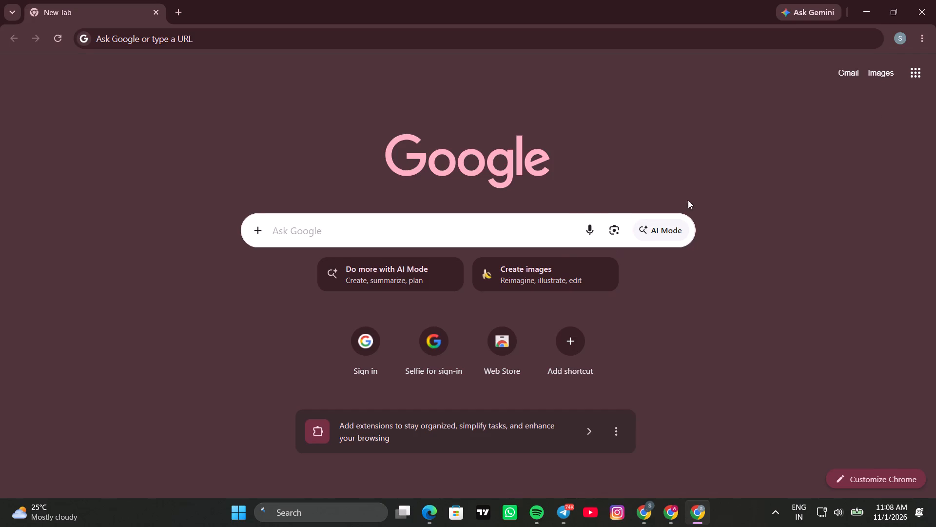
click(905, 41)
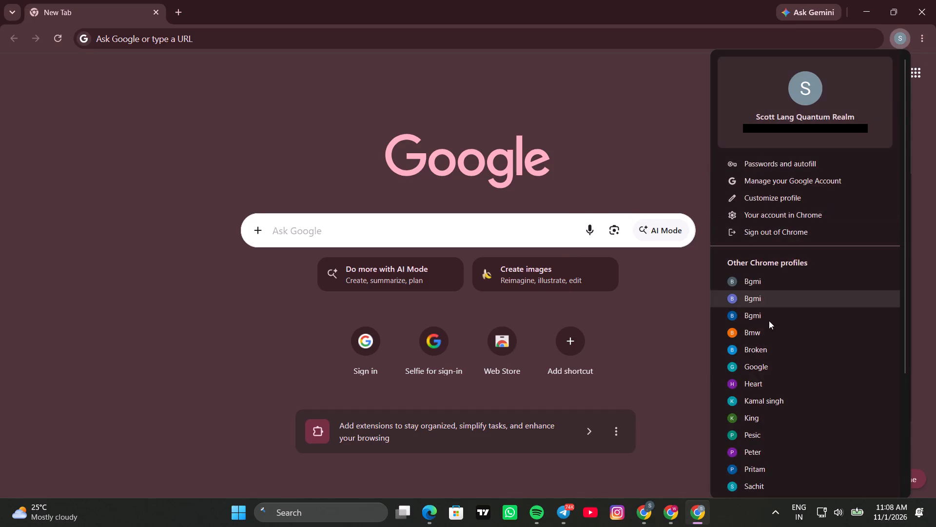
scroll(769, 321, down, 2)
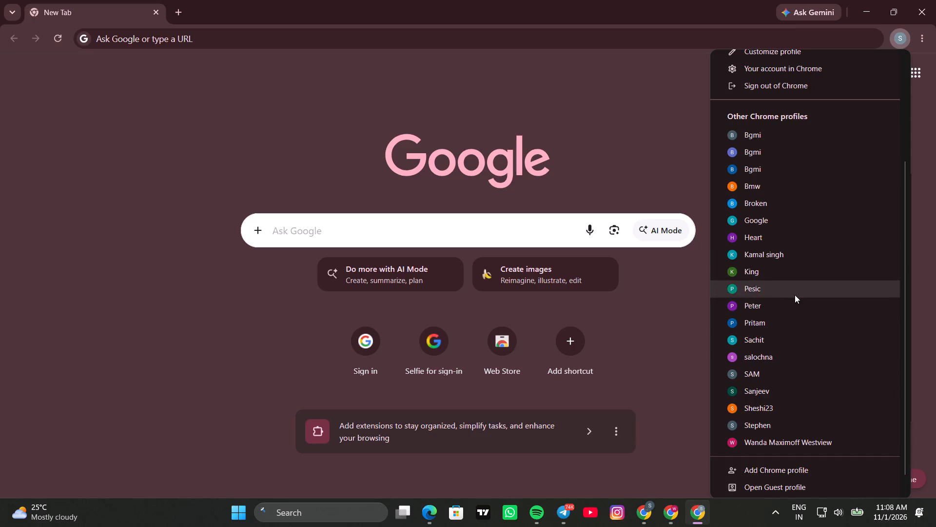
scroll(827, 383, down, 2)
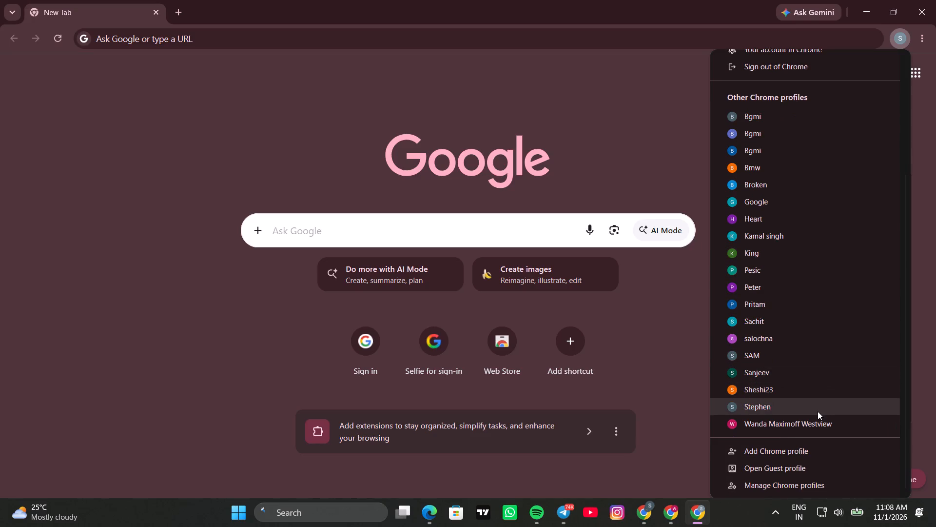
click(818, 411)
click(875, 36)
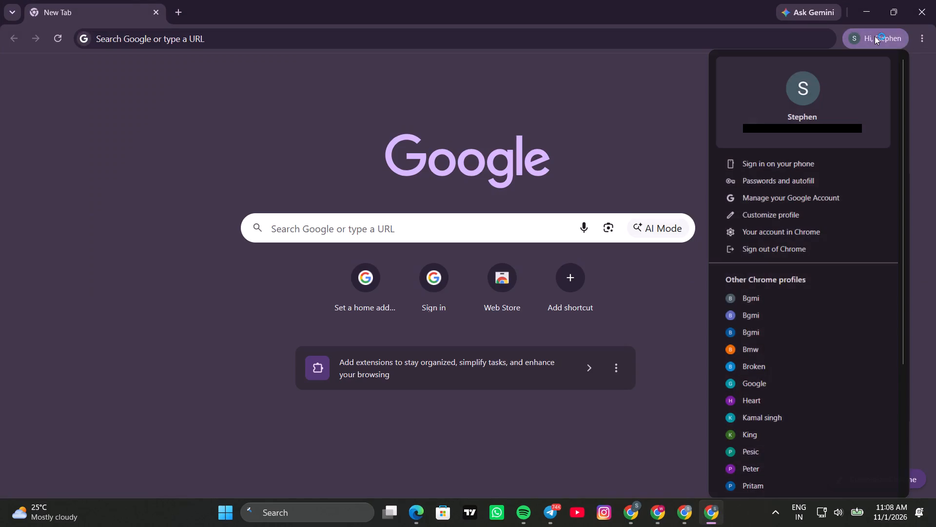
click(655, 139)
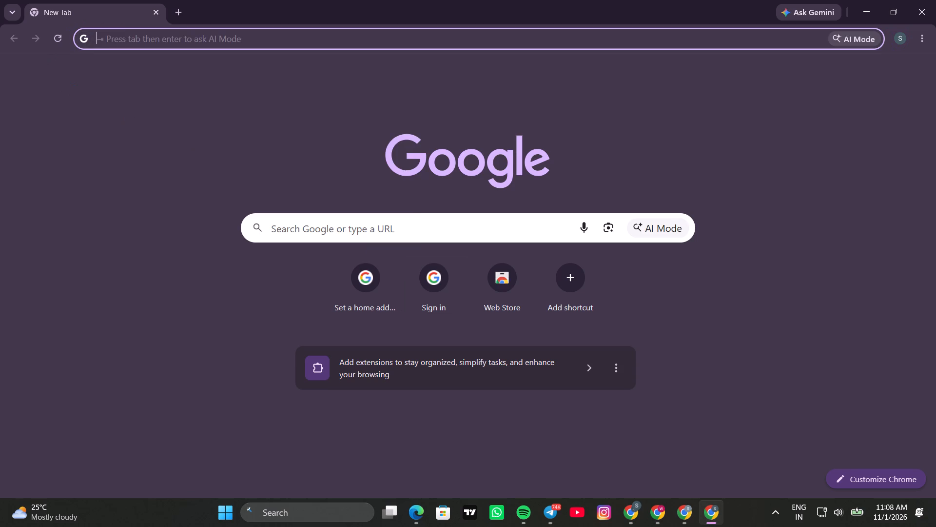
Paste the copied Google OAuth authorization link for the Google Cloud SDK into the new tab's address bar.
right_click(115, 33)
click(192, 141)
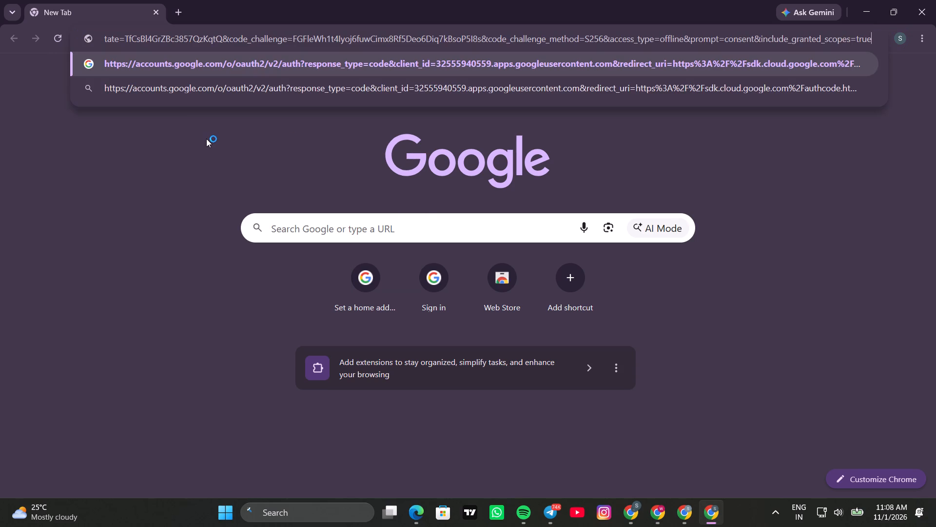
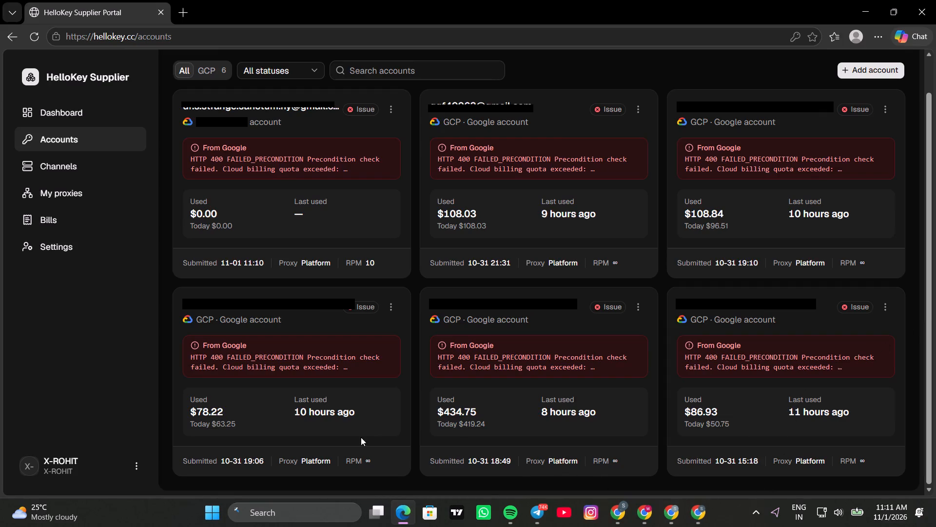
Delete the GCP account submitted 10-31 19:06 from the supplier accounts.
click(389, 312)
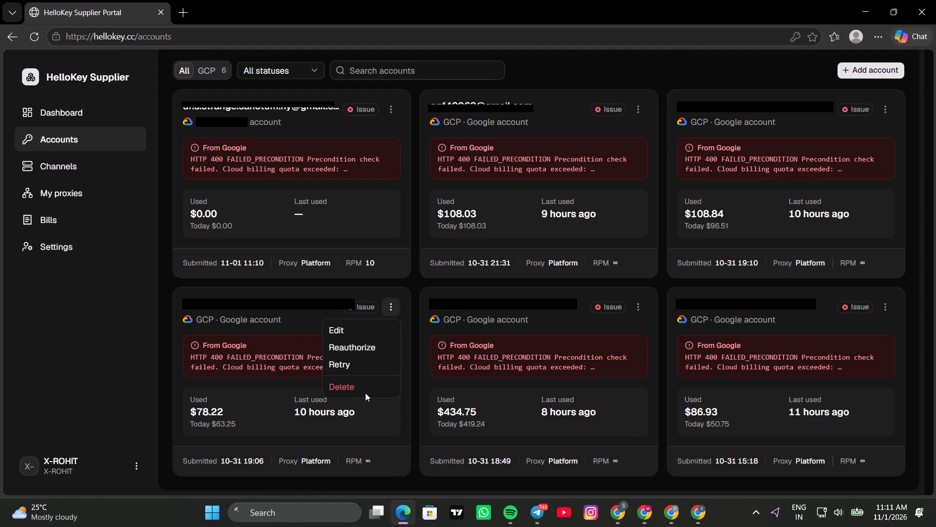
click(365, 392)
click(558, 313)
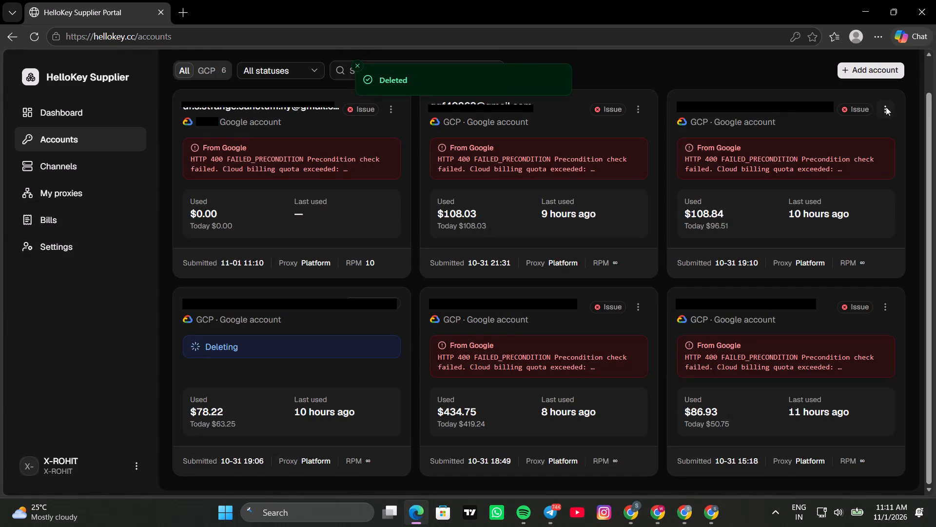
Delete the GCP account submitted 10-31 19:10 from the supplier accounts.
click(886, 107)
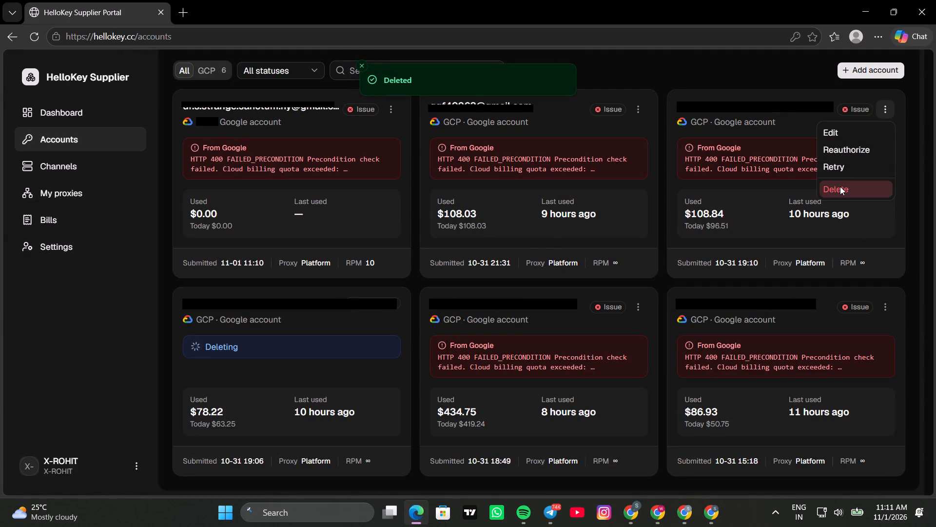
click(840, 186)
click(545, 320)
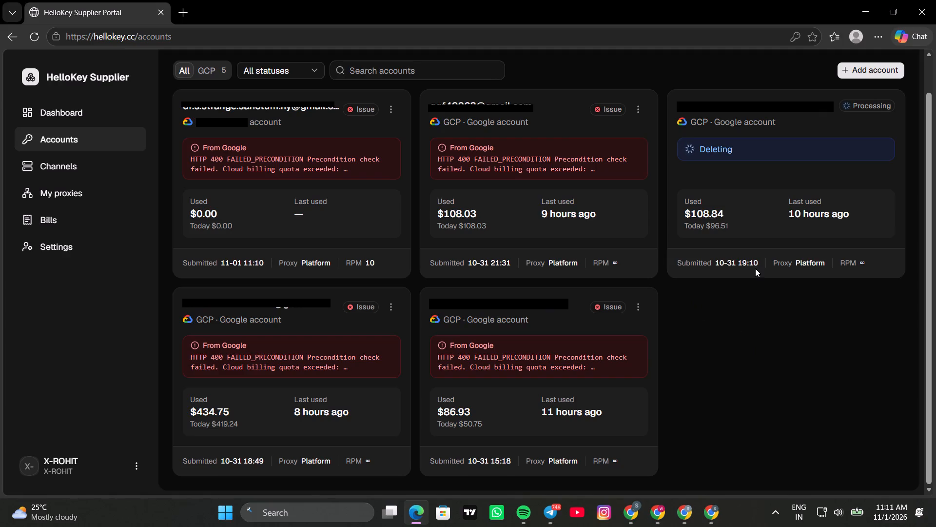
Retry the GCP account submitted 11-01 11:10.
click(390, 106)
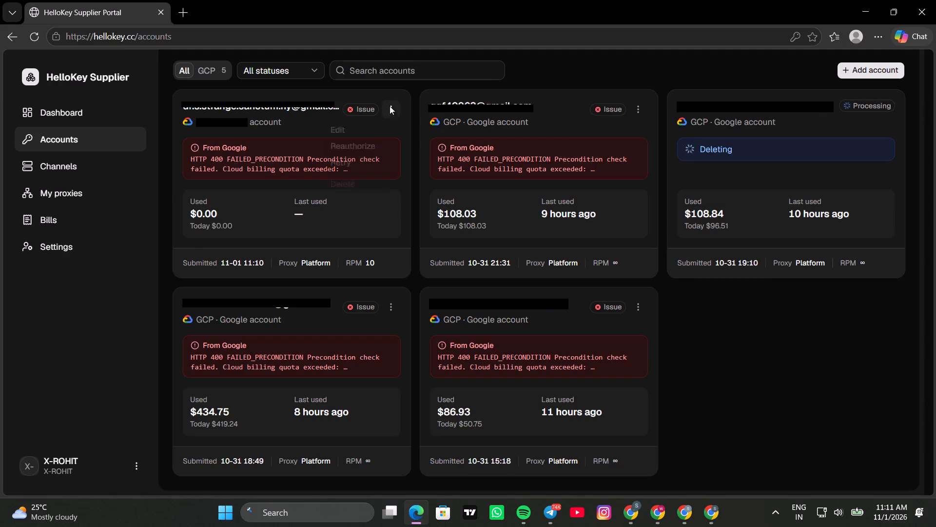
click(390, 163)
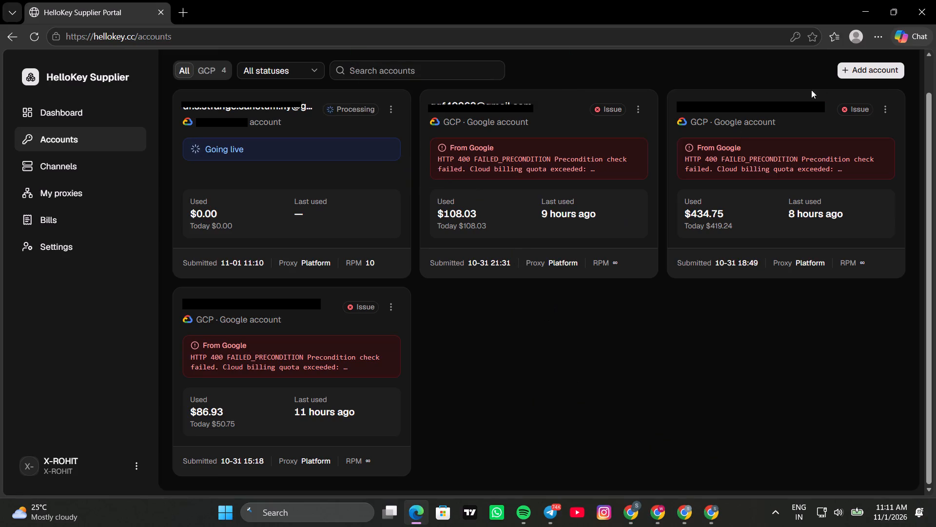
Start adding a GCP account using the Google account method and generate its authorization link.
click(846, 64)
click(622, 232)
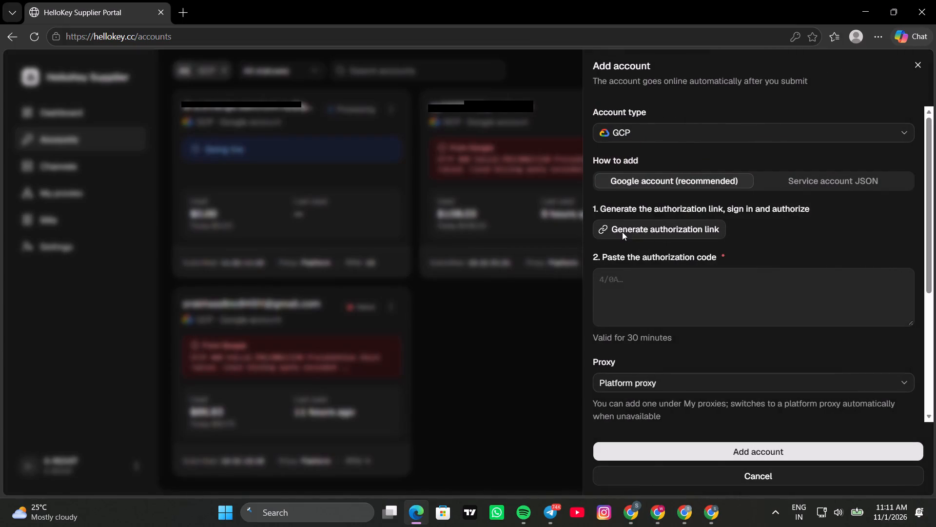
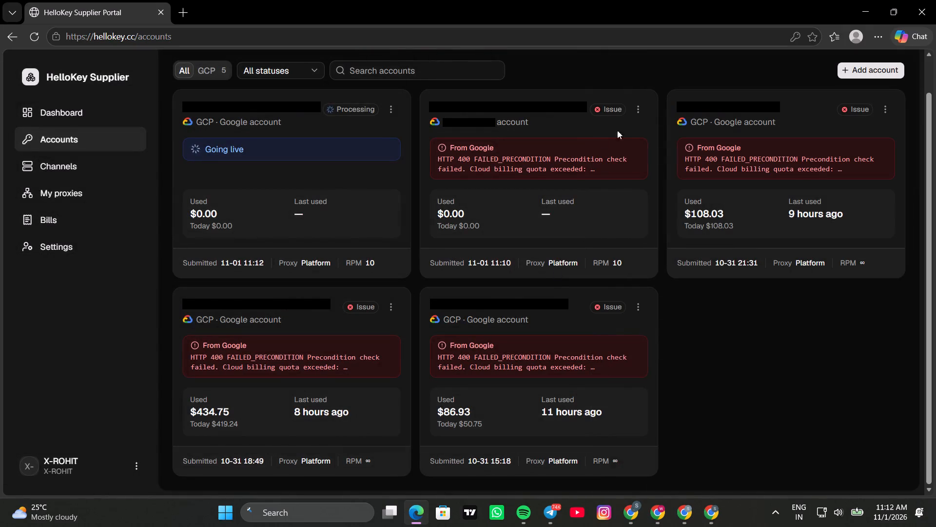
Delete the GCP account submitted 11-01 11:10 from the supplier accounts.
click(631, 112)
click(611, 190)
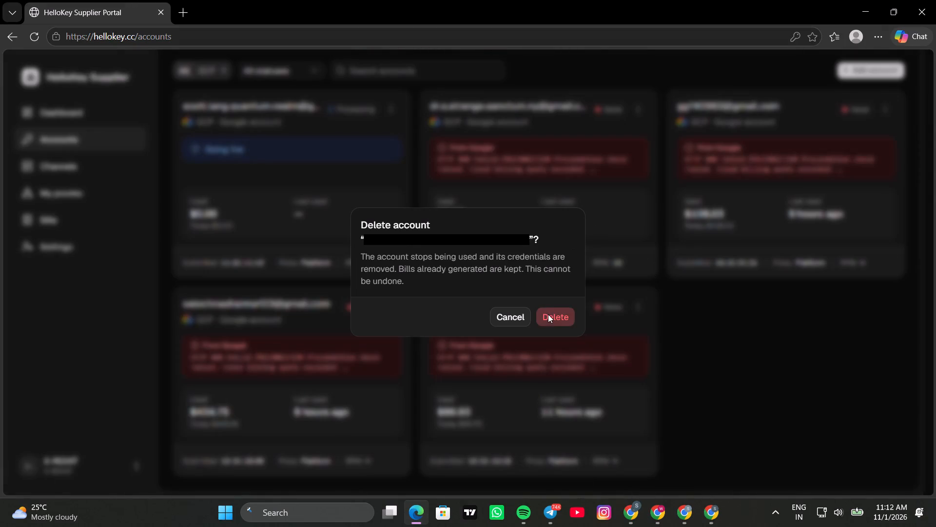
click(548, 314)
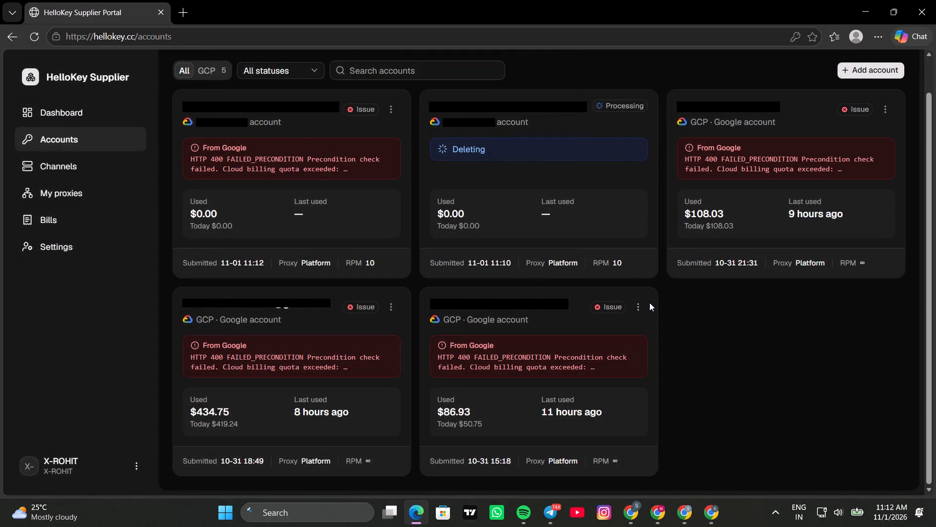
Delete the GCP account submitted 10-31 15:18 from the supplier accounts.
click(630, 306)
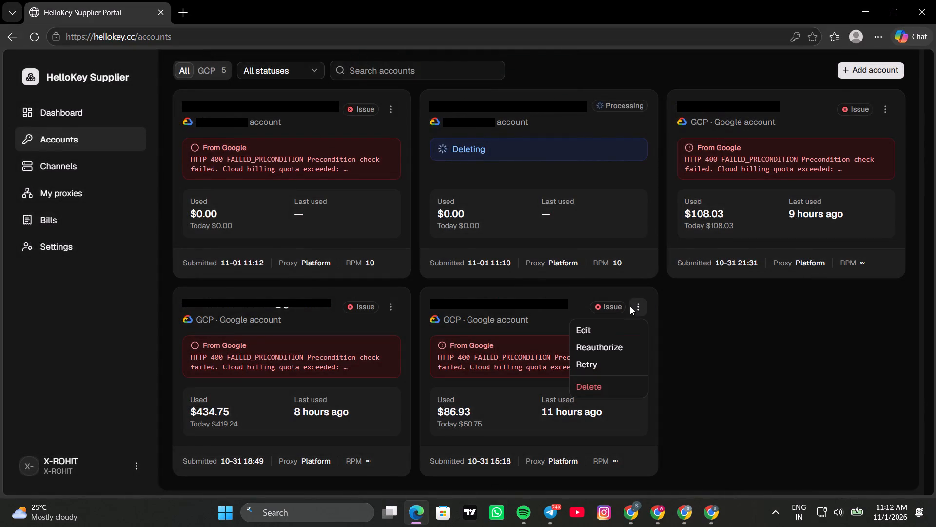
click(582, 383)
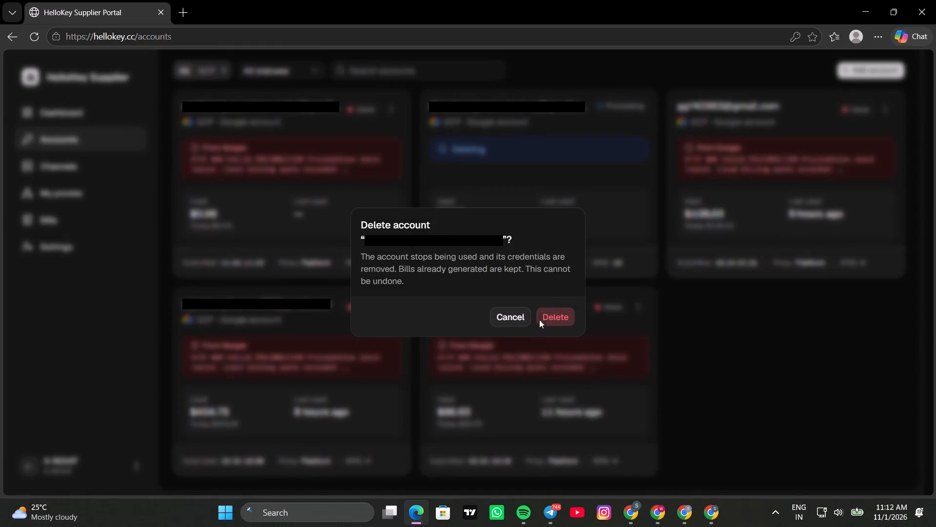
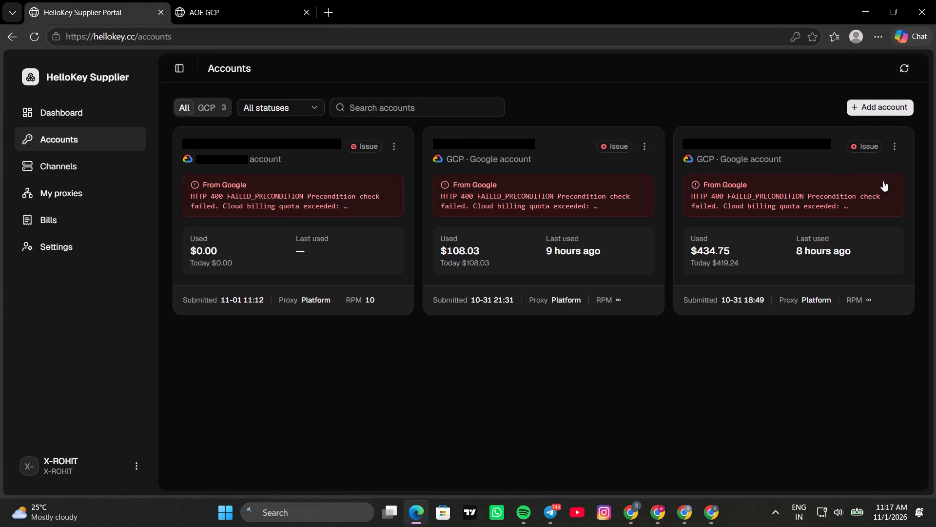
Delete the GCP account submitted 11-01 11:12 from the supplier accounts.
click(398, 145)
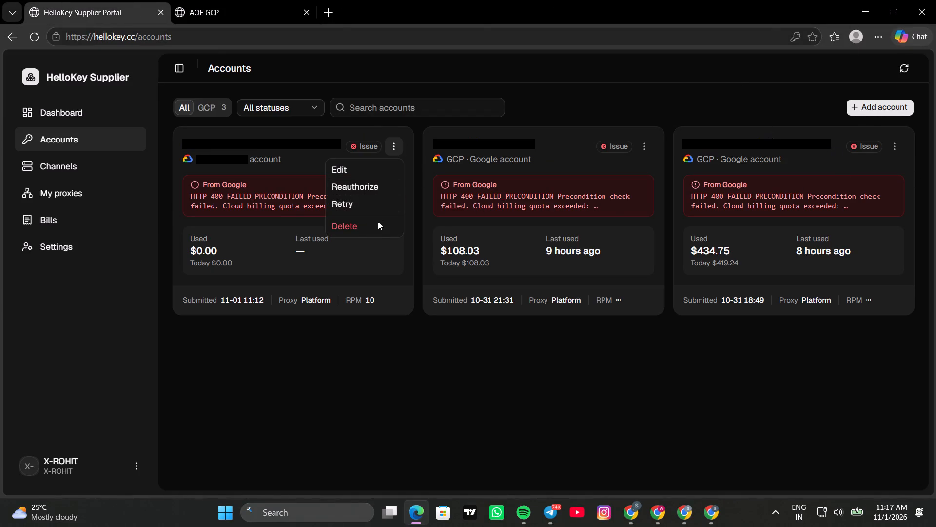
click(378, 228)
click(549, 317)
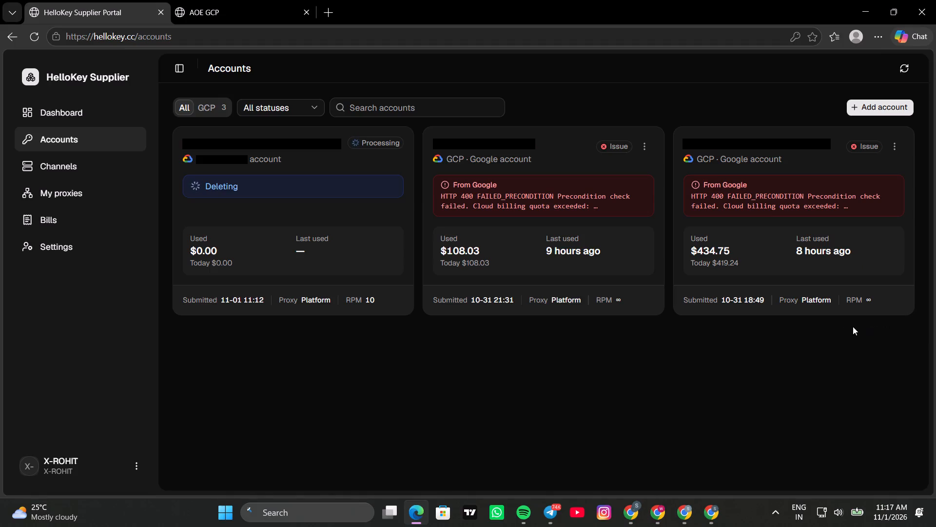
Look through the supplier's proxies and channels, and examine the daily bills for 2026-10 and 2026-11.
click(40, 190)
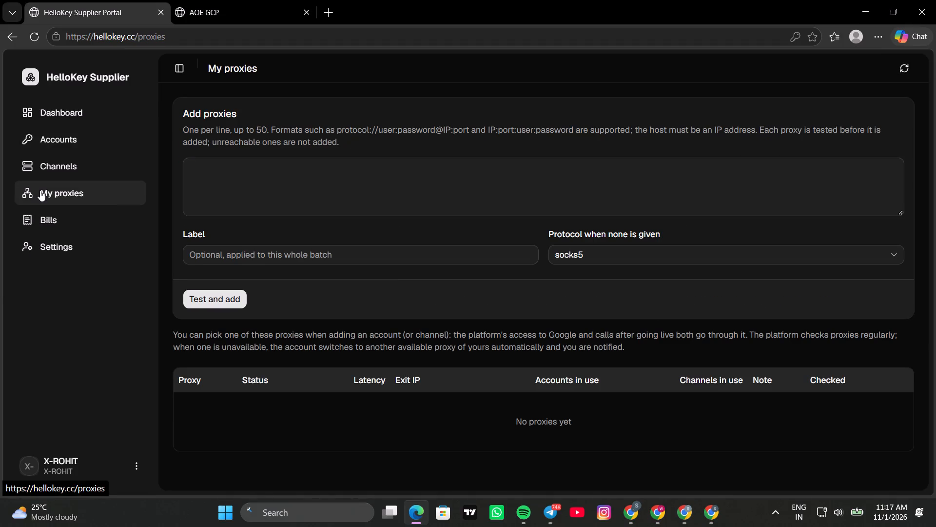
click(42, 165)
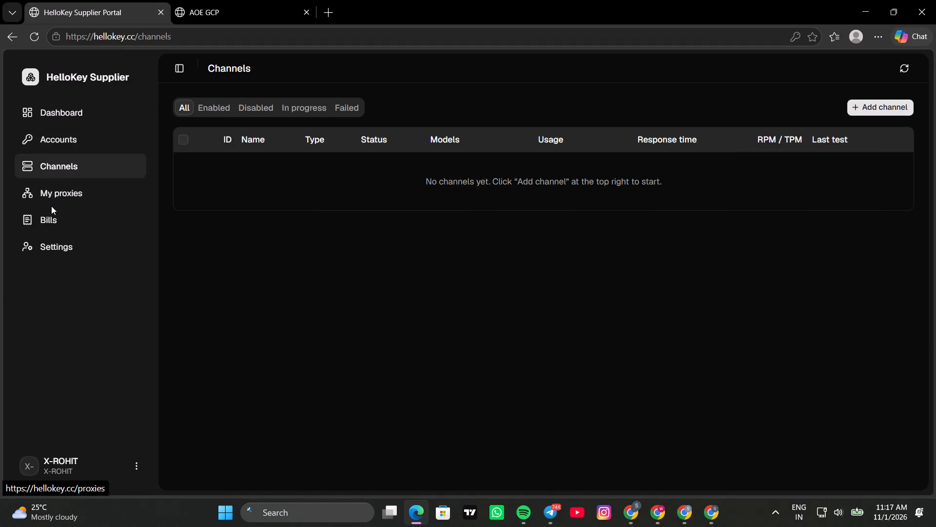
click(51, 206)
click(49, 215)
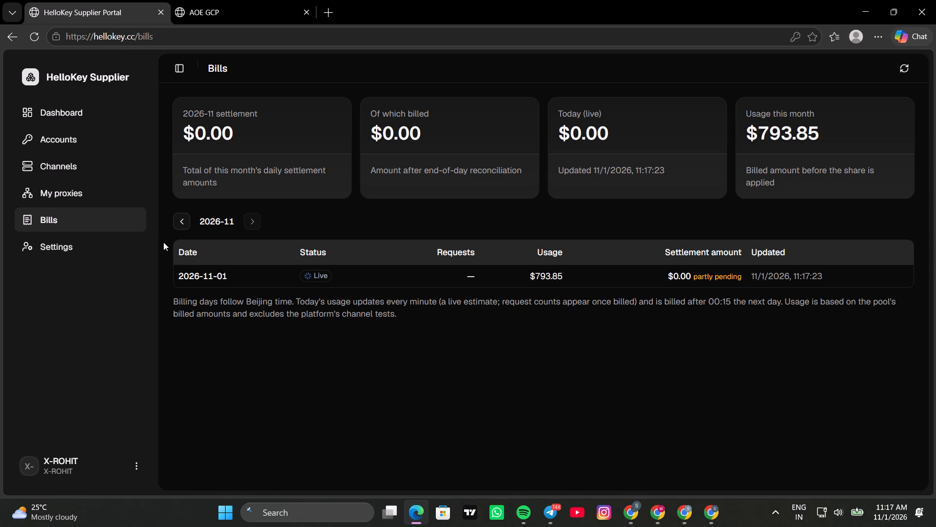
click(180, 222)
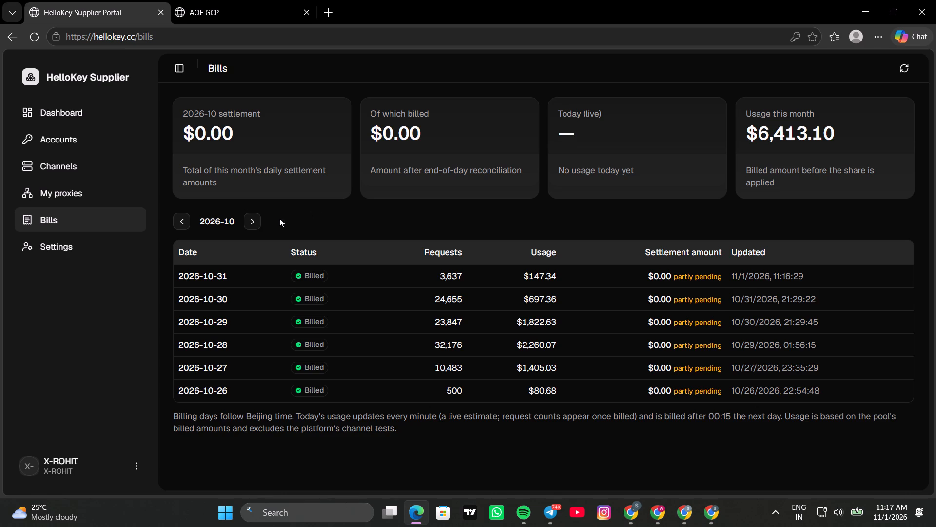
click(254, 223)
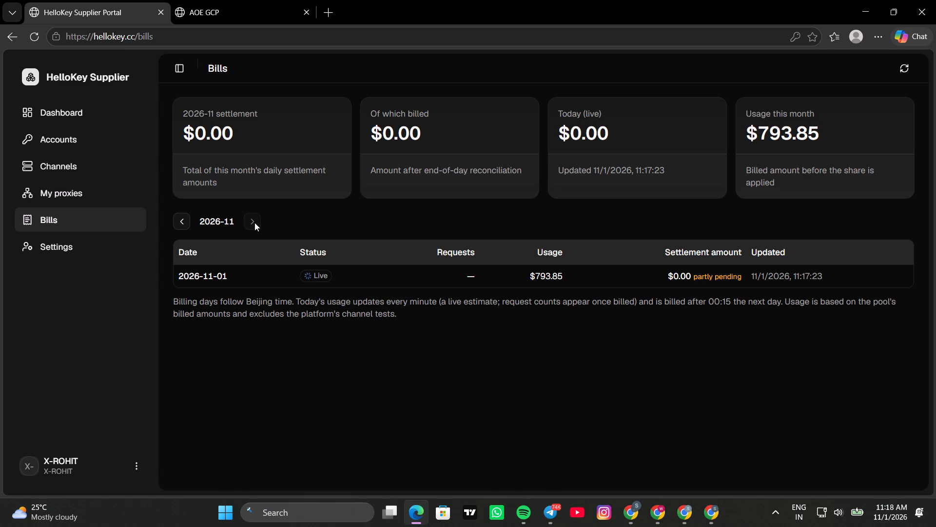
Switch to the AOE GCP member console and view its dashboard overview of accounts, usage and jobs.
click(239, 0)
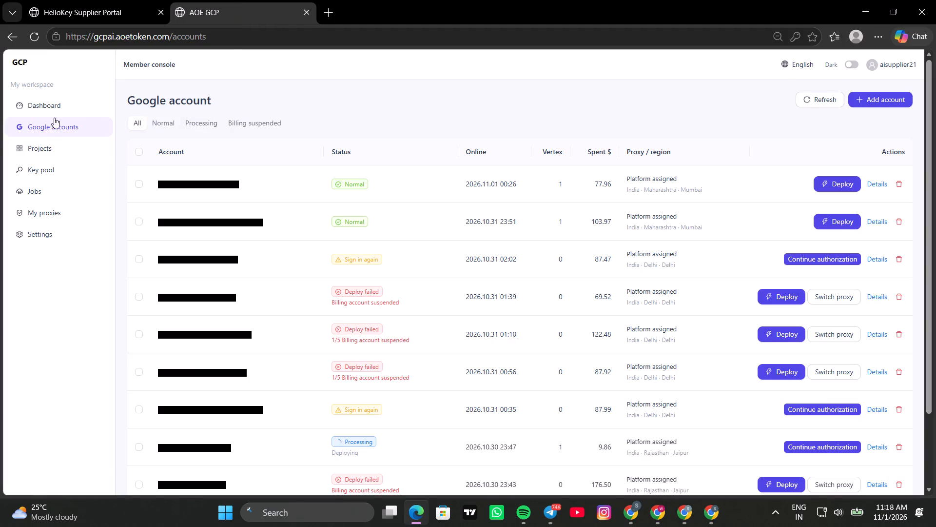
click(56, 108)
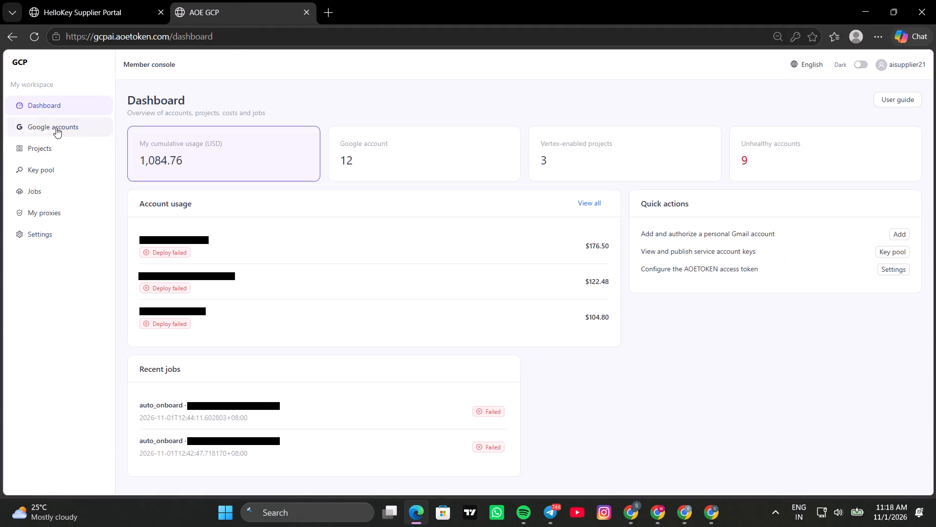
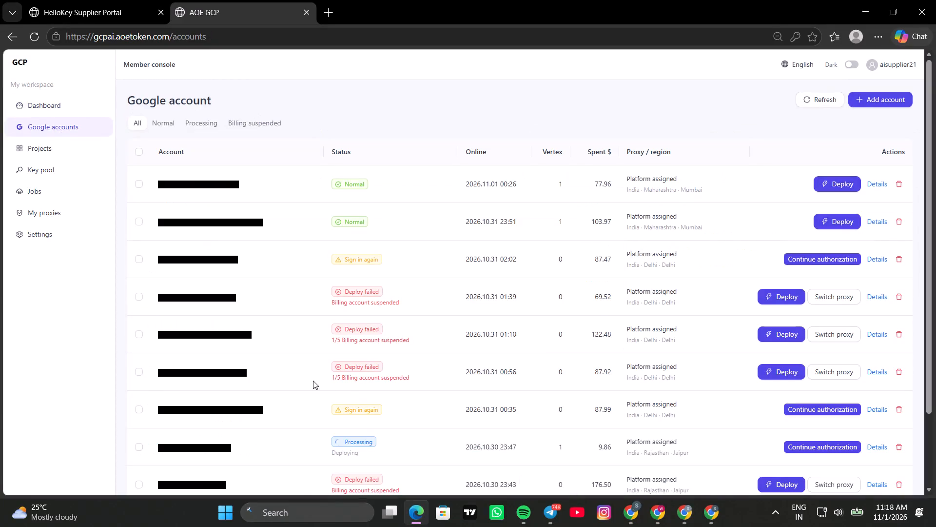
Deploy 1 project for the failed Google account that came online 2026.10.30 23:43.
scroll(345, 385, down, 2)
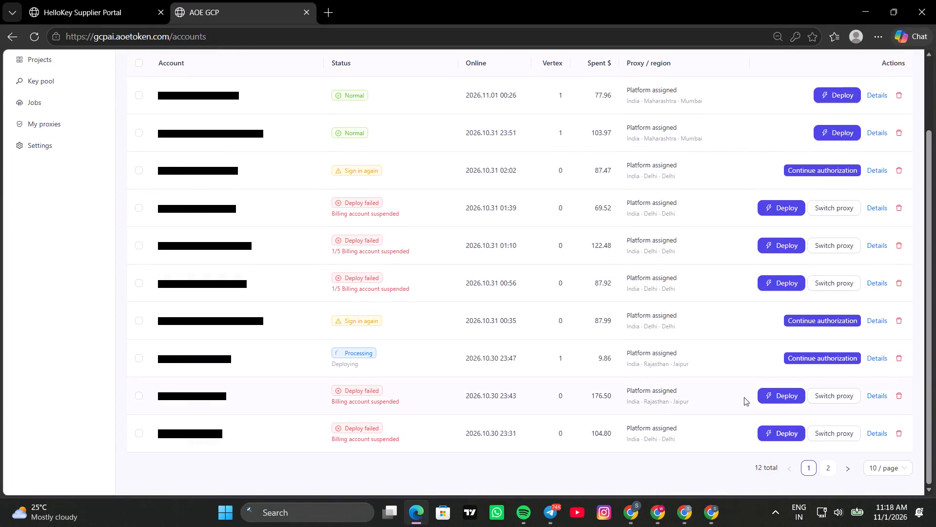
click(768, 396)
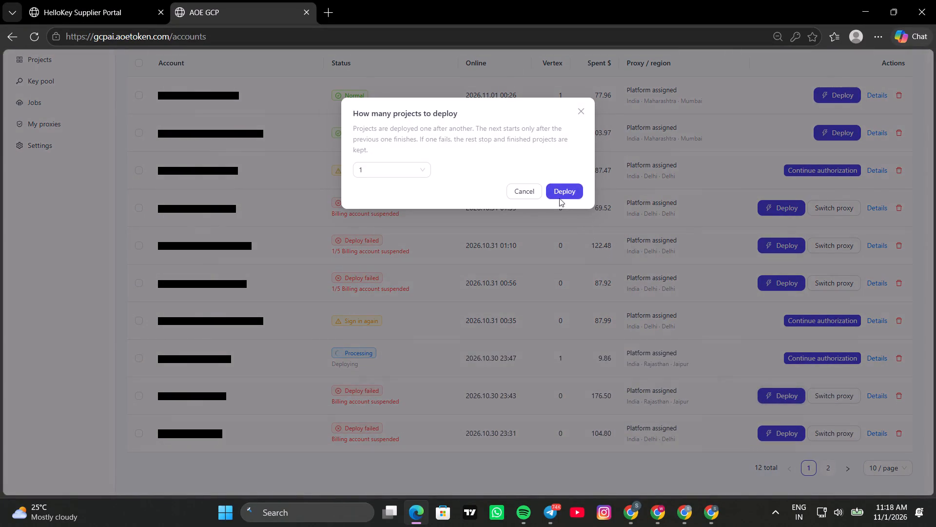
click(560, 189)
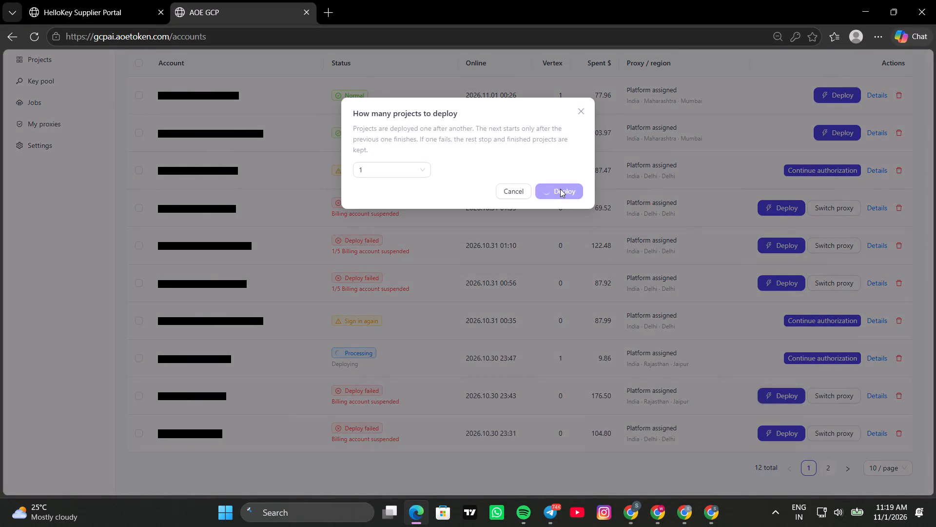
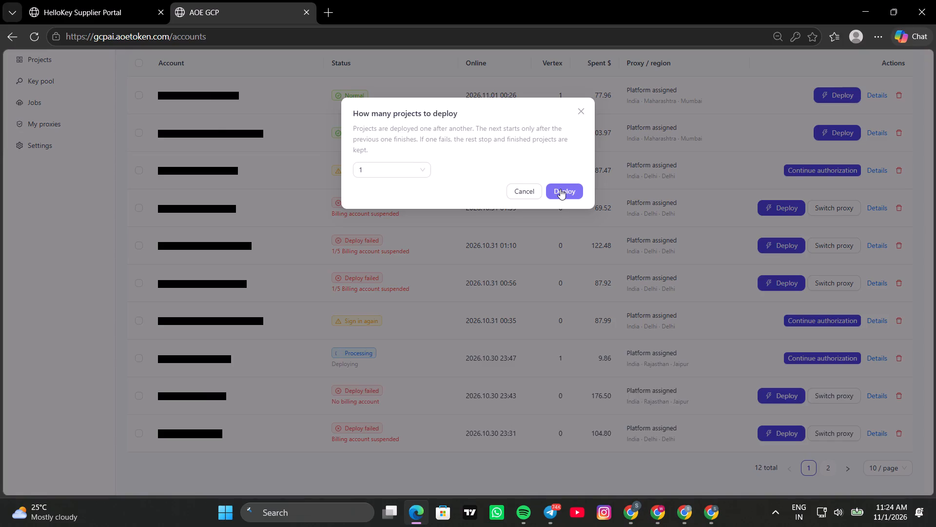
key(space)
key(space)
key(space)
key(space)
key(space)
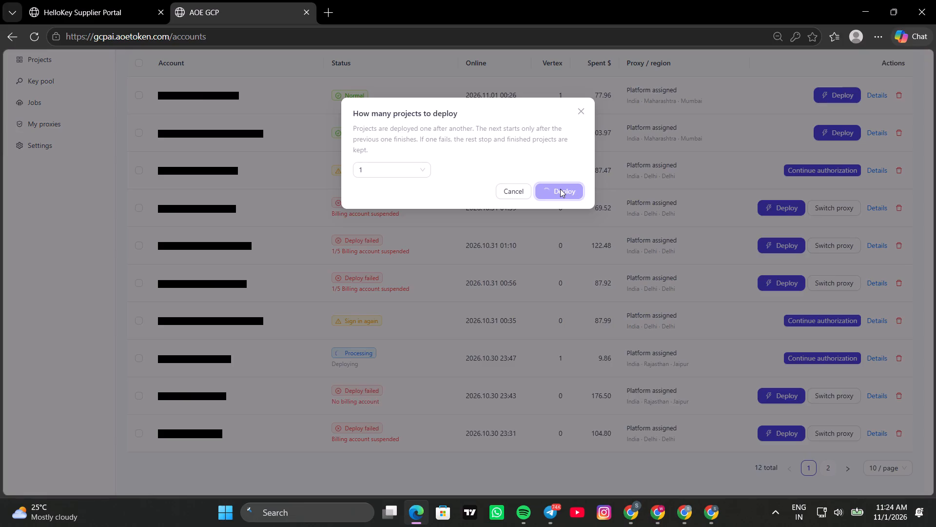
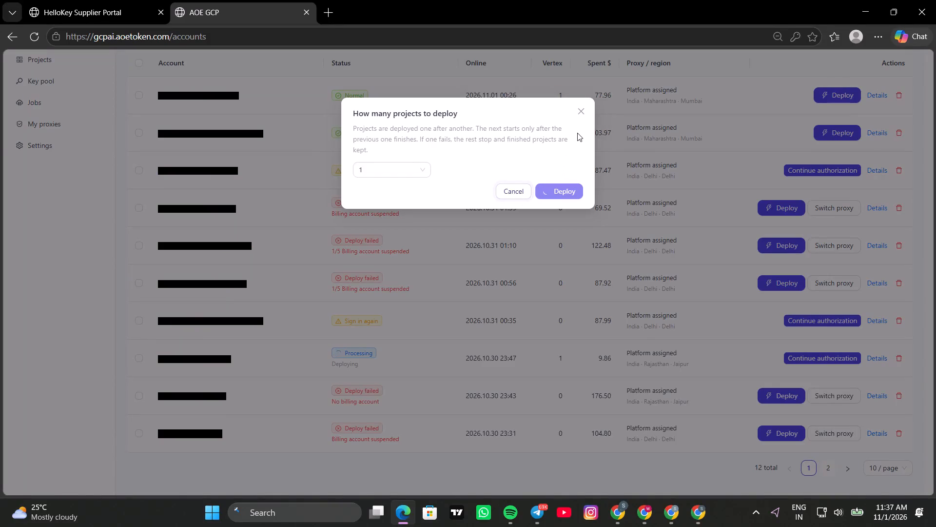
Dismiss the project deployment dialog and reload the Google accounts list to check the deployment statuses.
click(582, 119)
triple_click(583, 118)
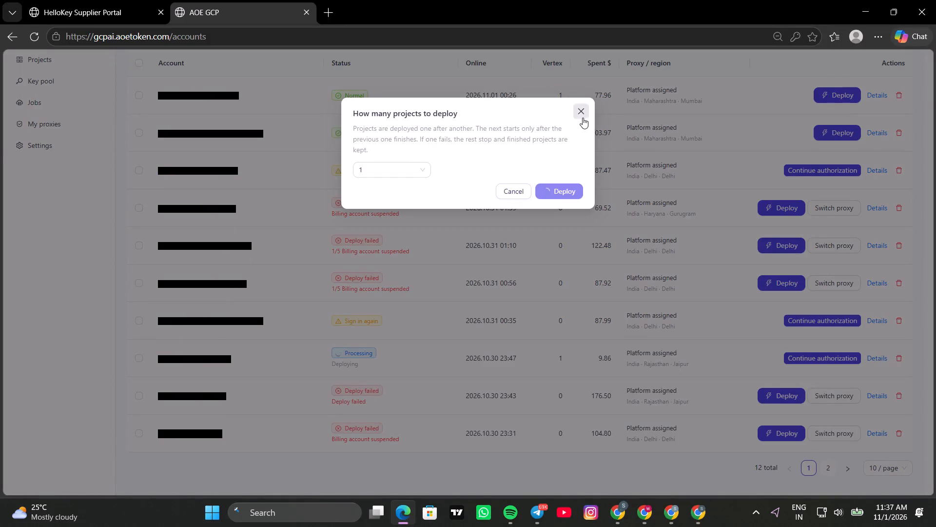
click(583, 118)
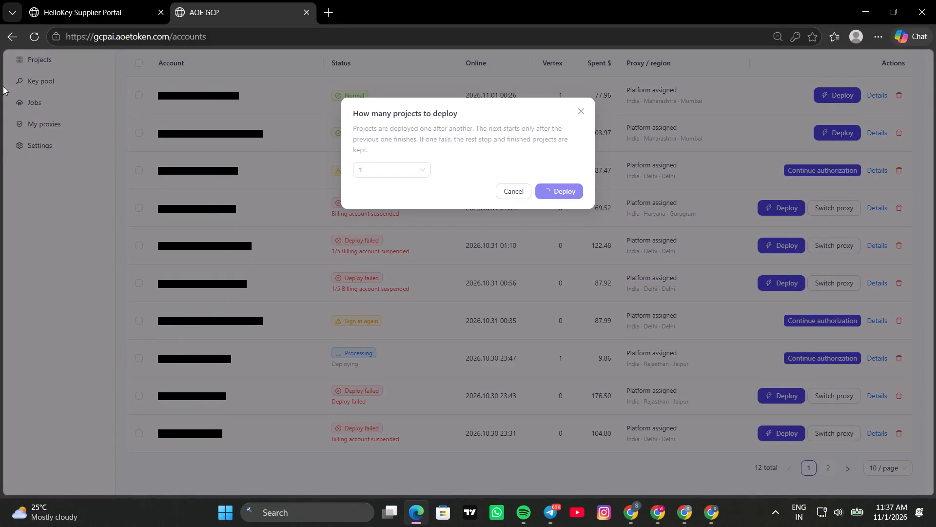
click(29, 44)
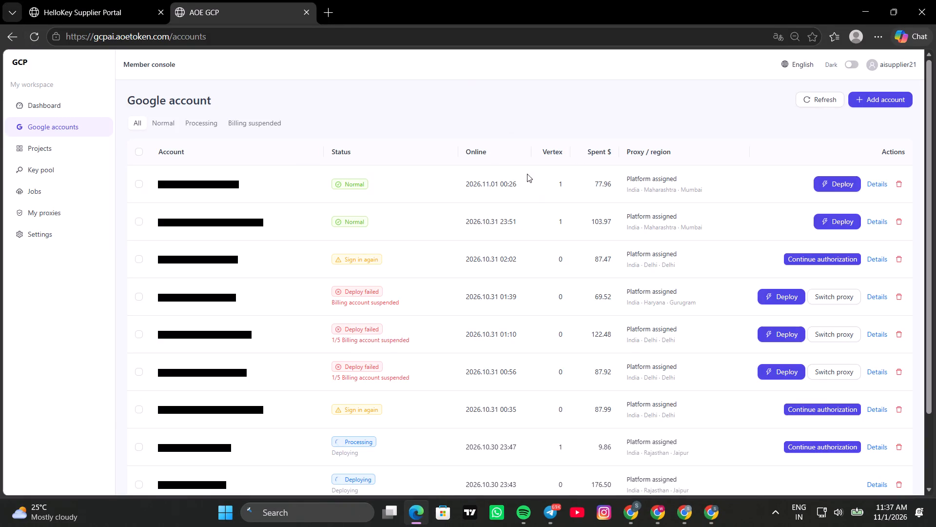
click(835, 99)
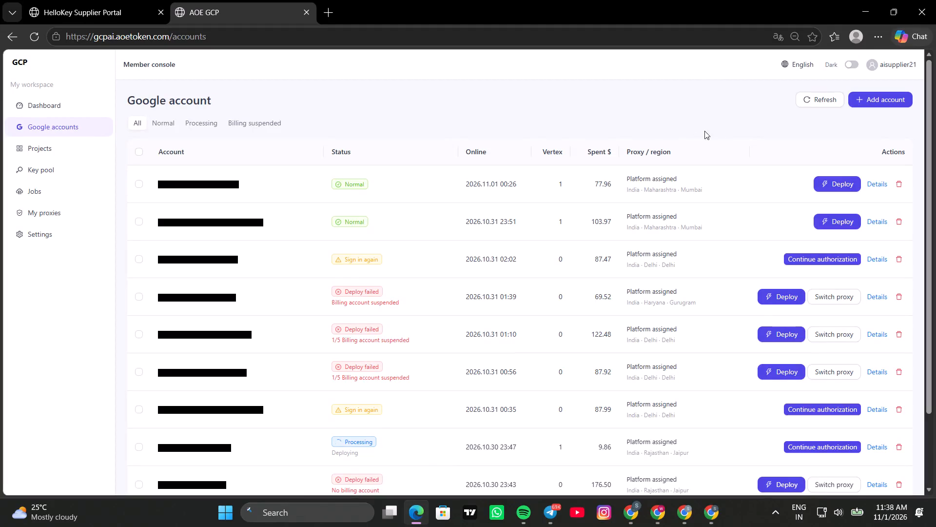
scroll(585, 285, down, 4)
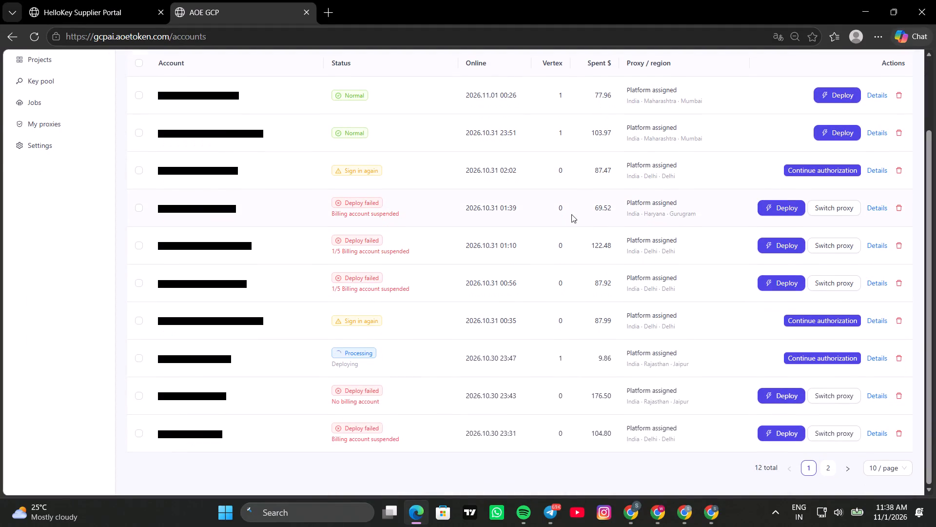
In the HelloKey Supplier portal, start reauthorizing the first GCP account marked Issue, generate its authorization link and copy it.
click(85, 7)
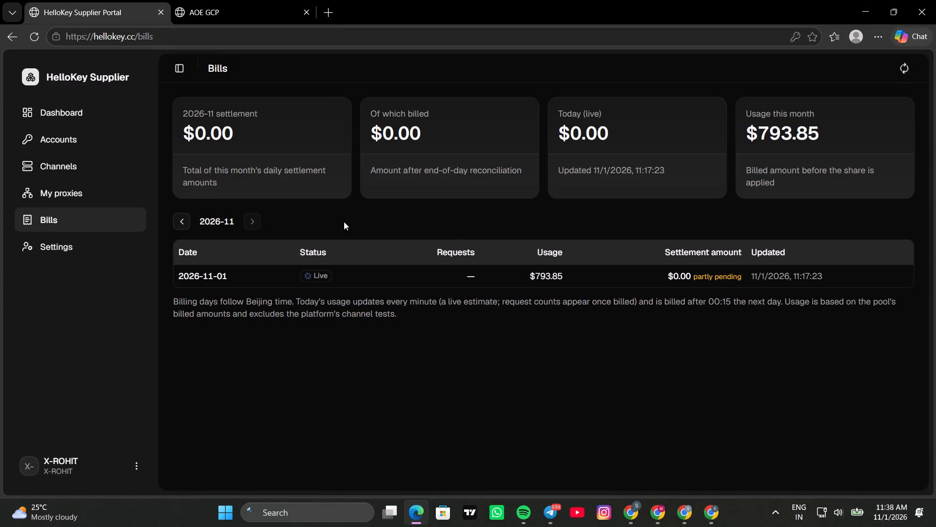
click(19, 119)
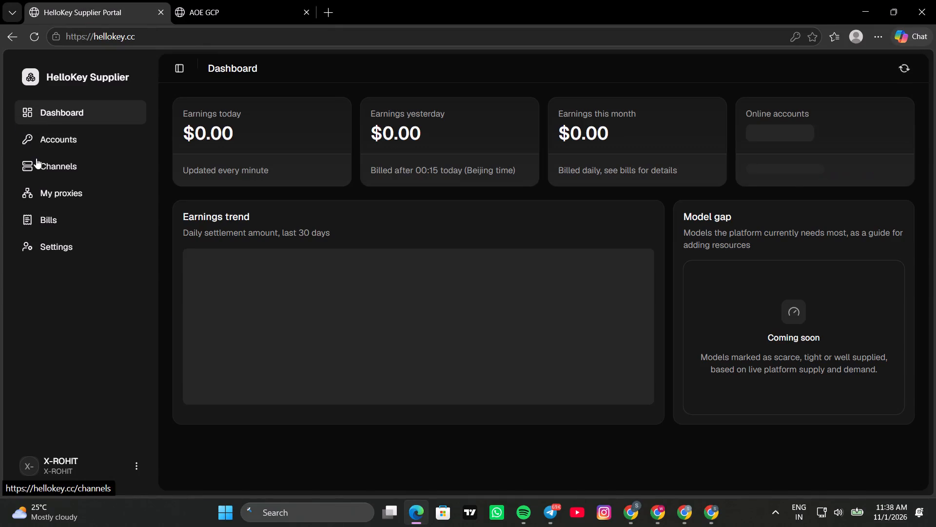
click(35, 149)
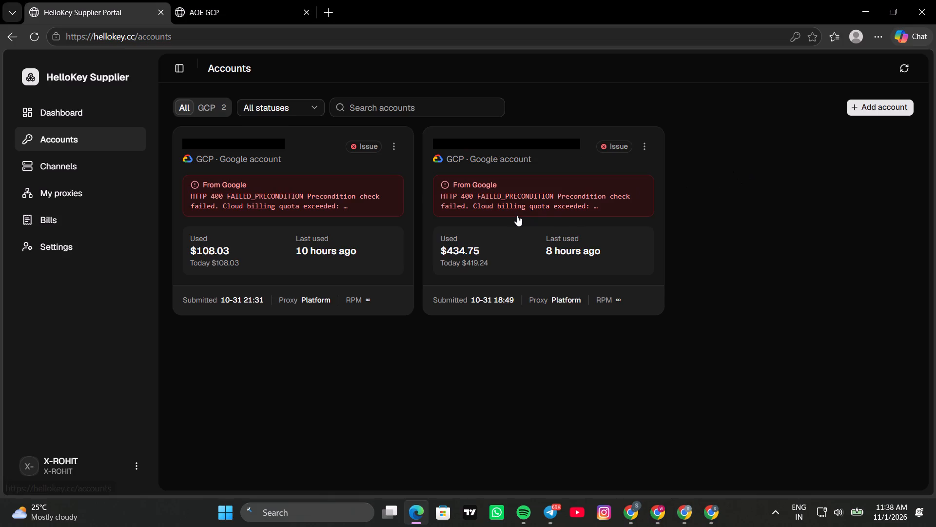
click(388, 144)
click(359, 187)
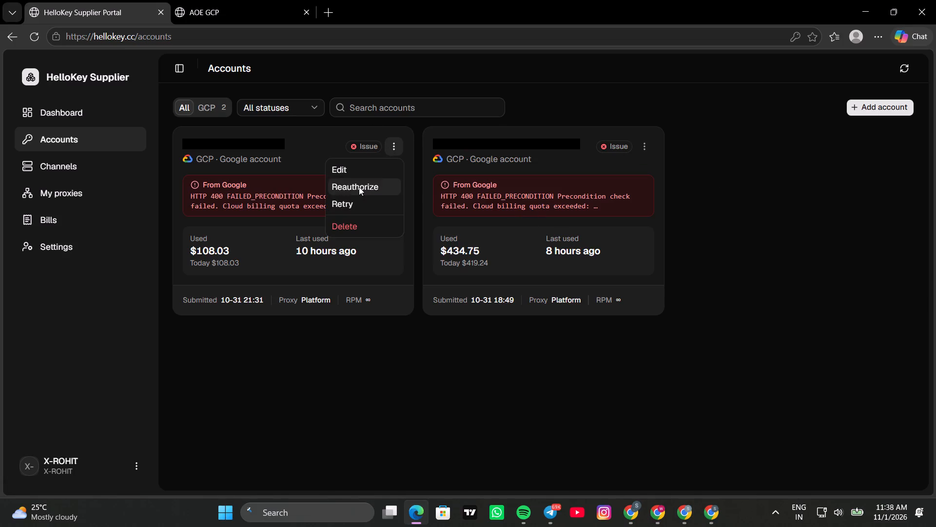
click(650, 185)
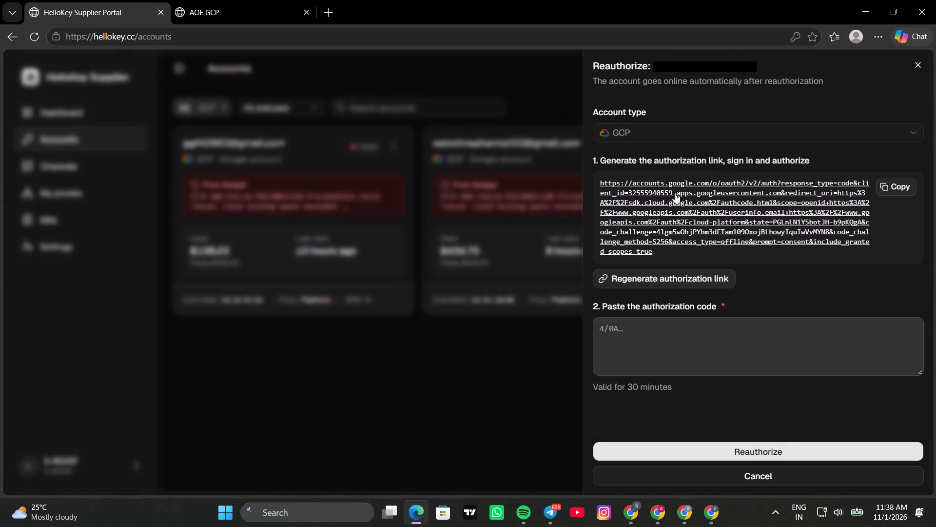
click(893, 192)
click(896, 188)
Switch to Chrome and open the Google homepage to check which Google account is signed in.
click(625, 519)
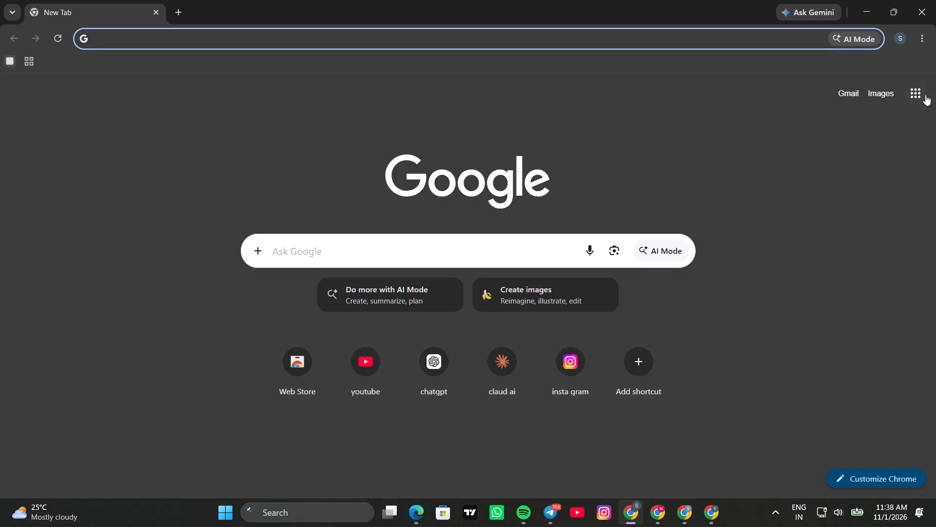
click(921, 95)
click(923, 98)
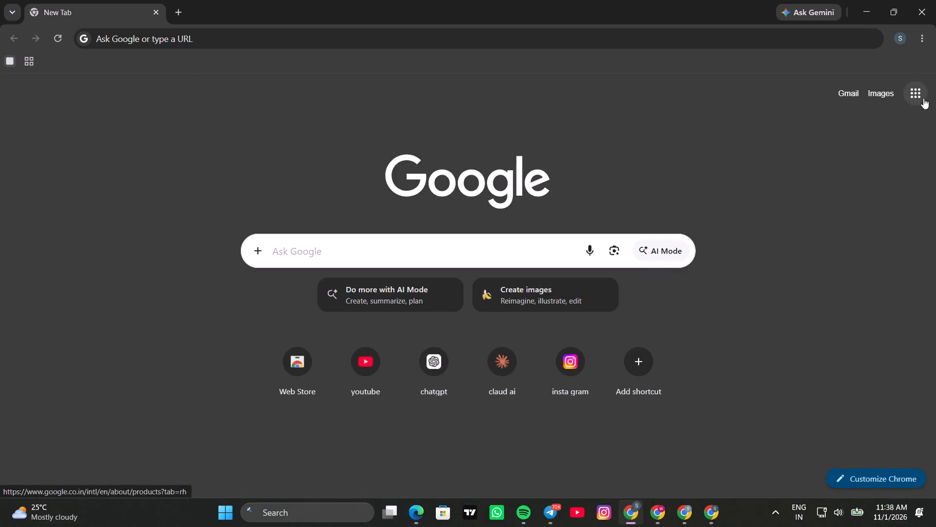
click(820, 165)
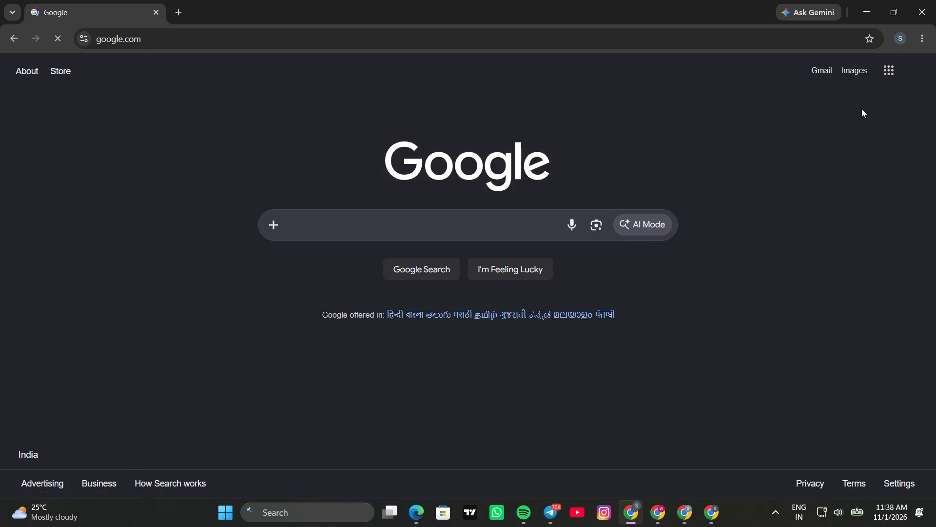
click(918, 64)
click(876, 156)
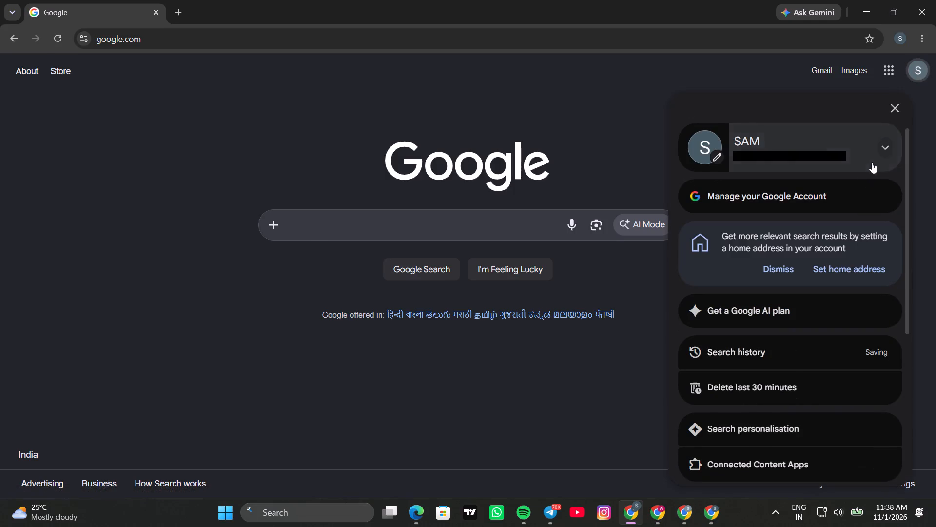
Open the copied authorization link in the Google homepage's browser tab.
right_click(411, 41)
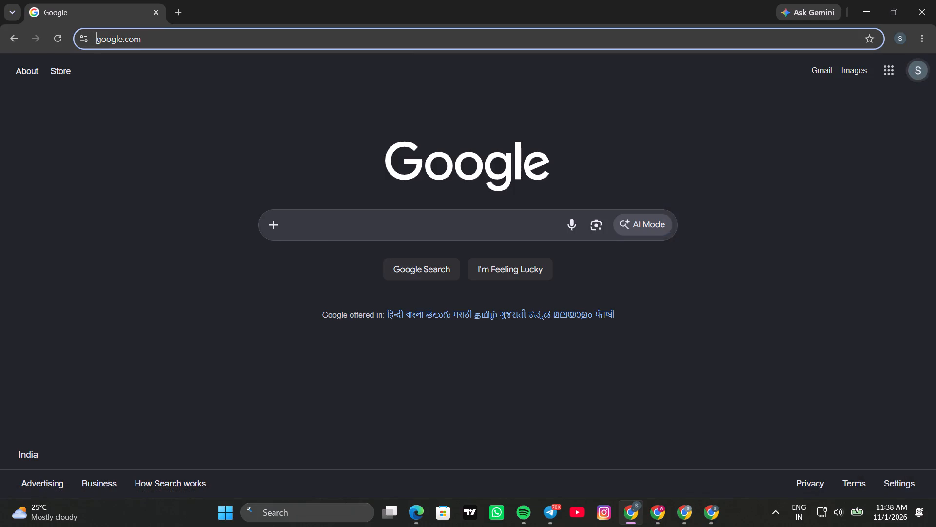
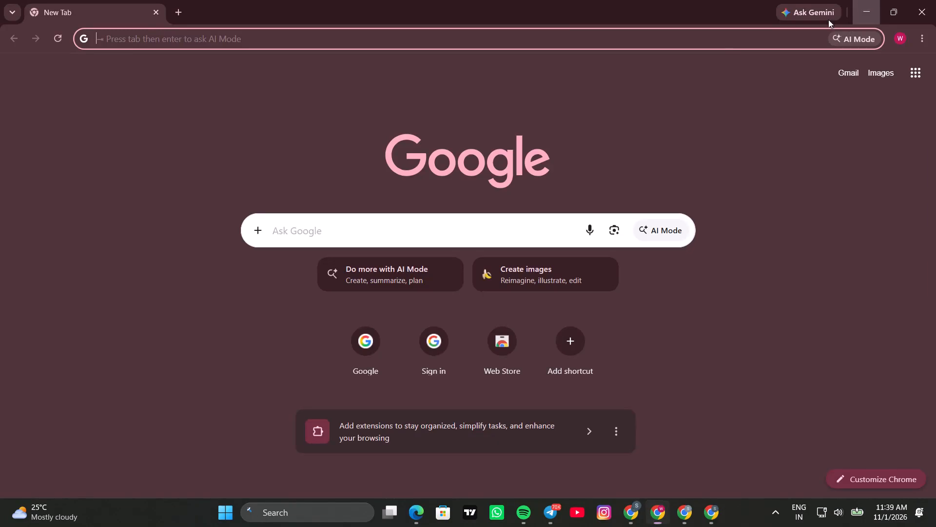
Switch from Chrome to the Windows power options to shut down the computer.
click(213, 514)
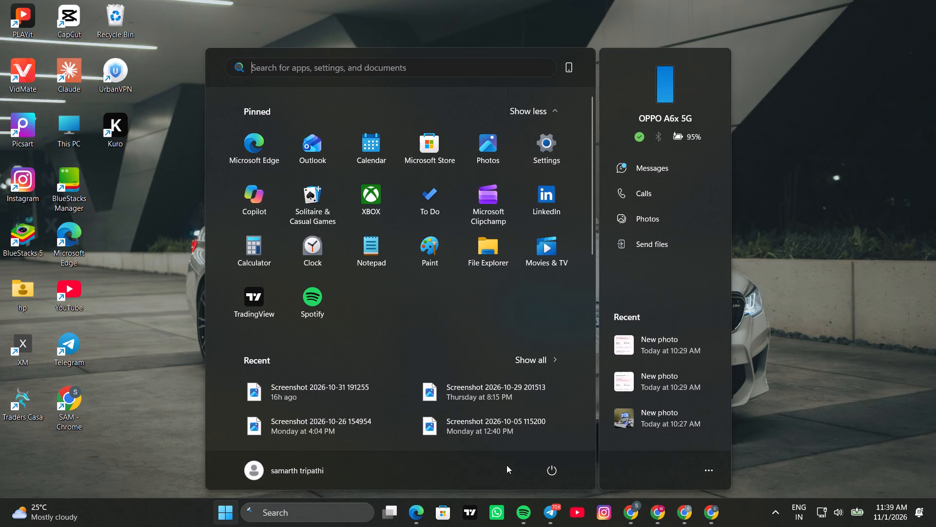
click(564, 470)
click(560, 471)
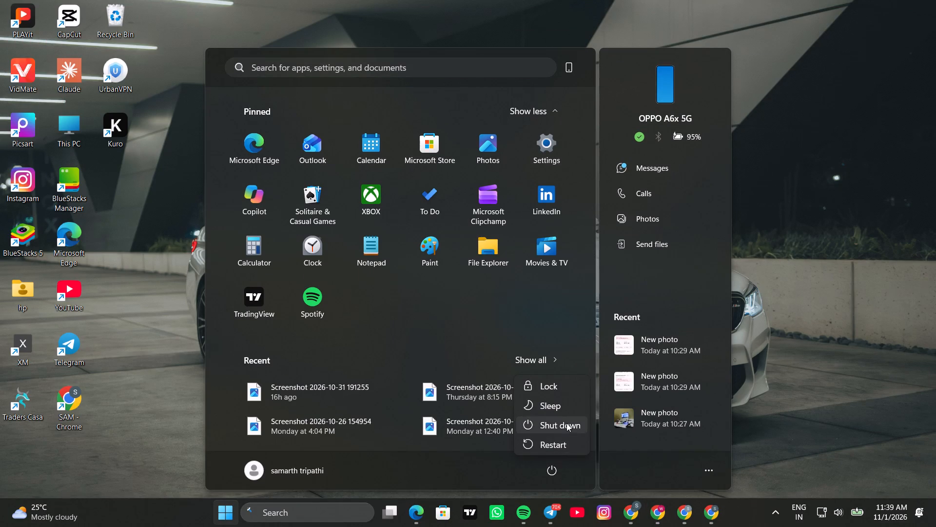